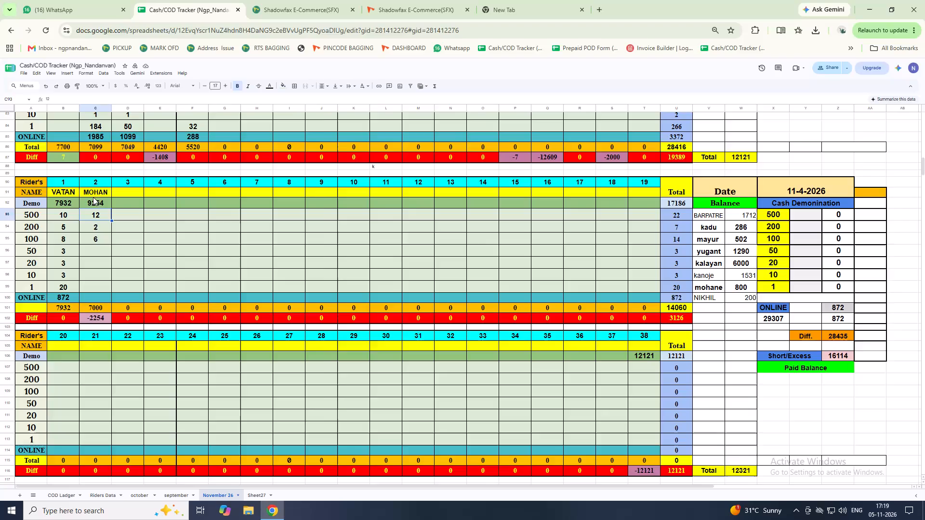
Switch to the Shadowfax runsheet closure page, dismiss the COD payment window and return to the rider selection.
left_click(284, 0)
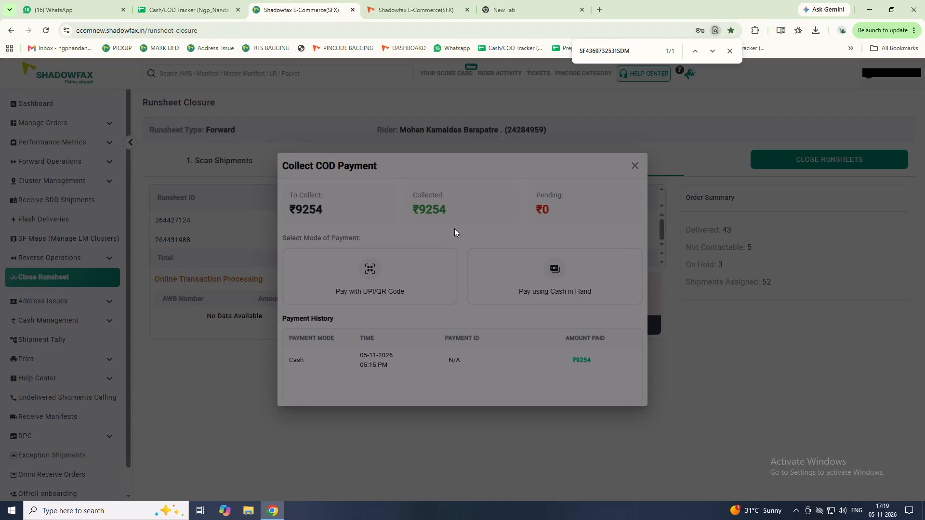
left_click(635, 166)
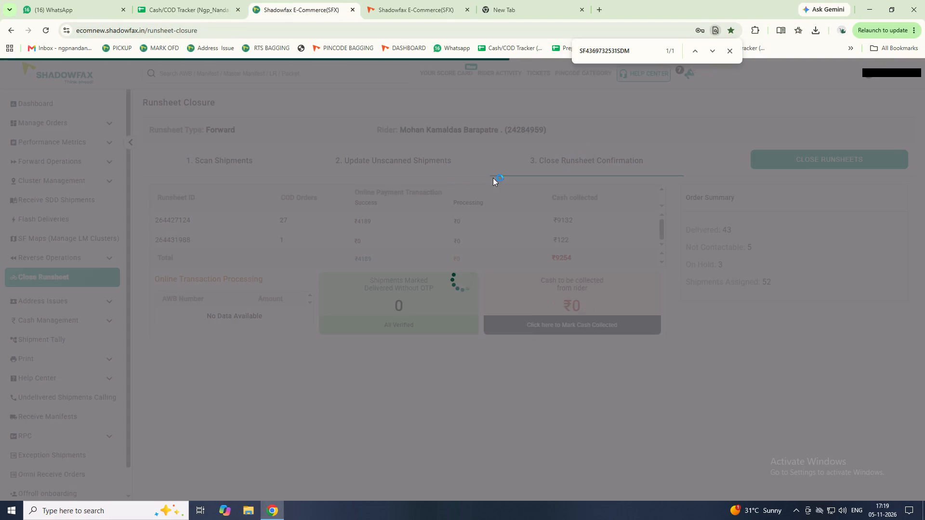
left_click(429, 160)
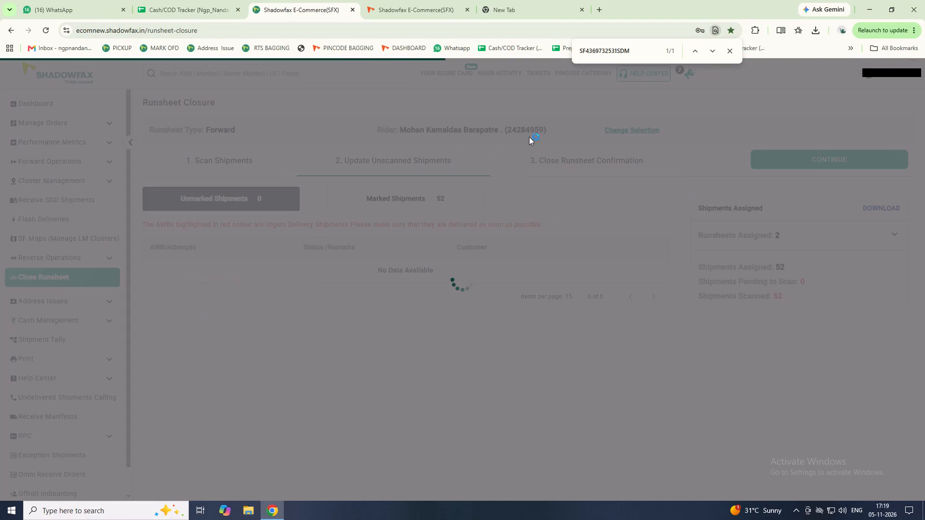
left_click(655, 132)
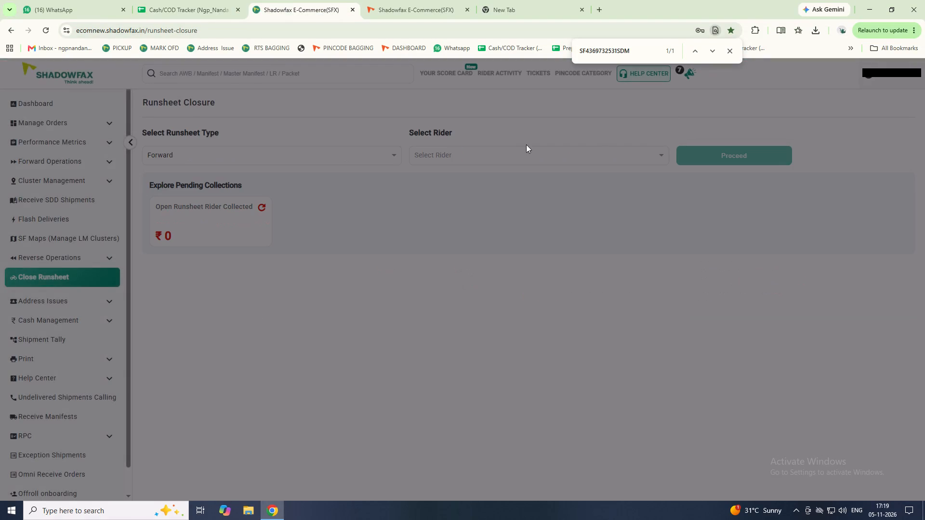
Open the Forward runsheet closure for the rider VATAN and advance it to the Close Runsheet Confirmation stage.
left_click(541, 161)
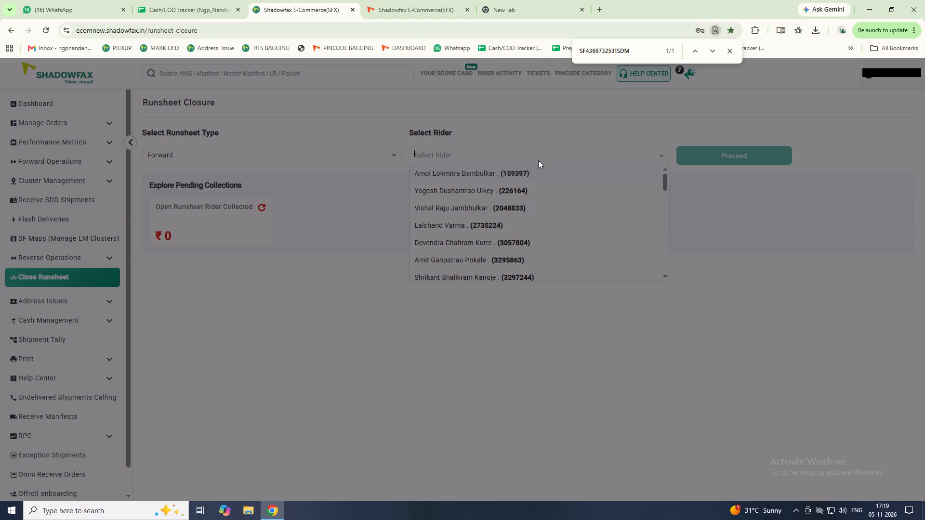
type("VATAN")
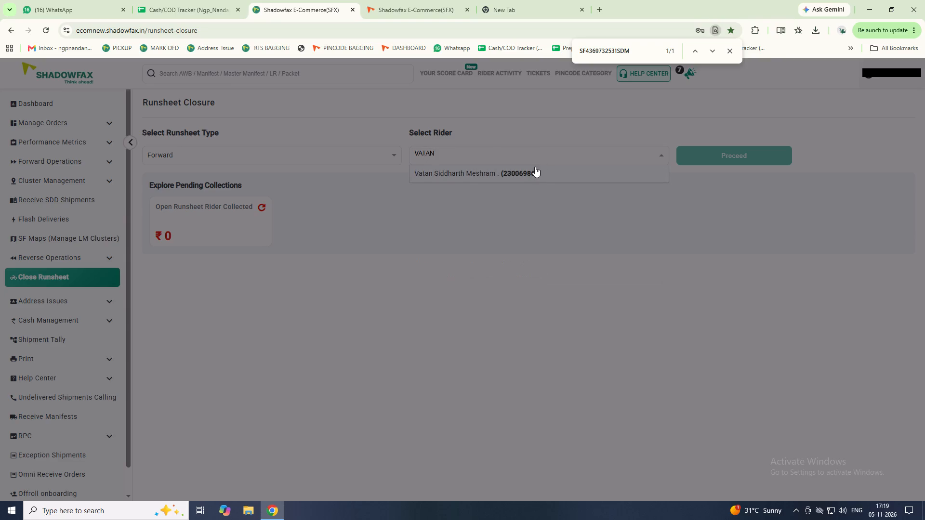
left_click(535, 167)
left_click(722, 151)
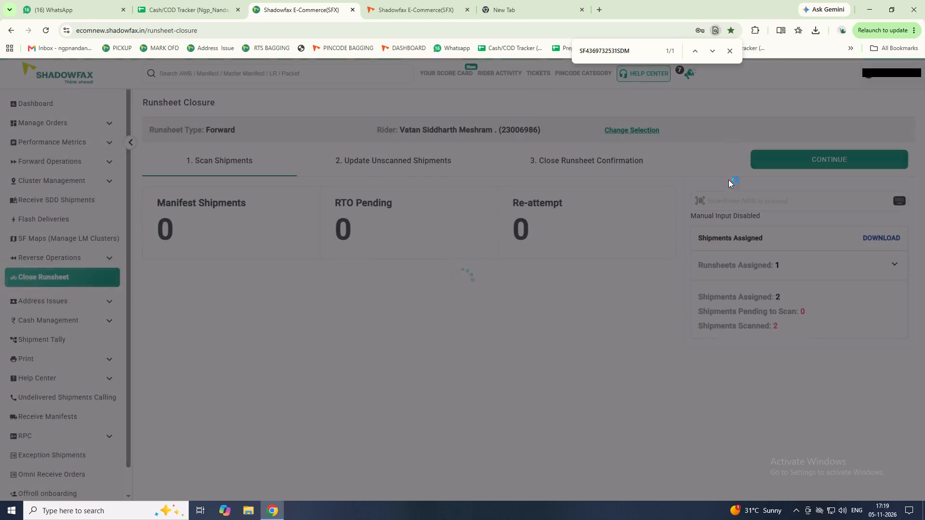
left_click(768, 159)
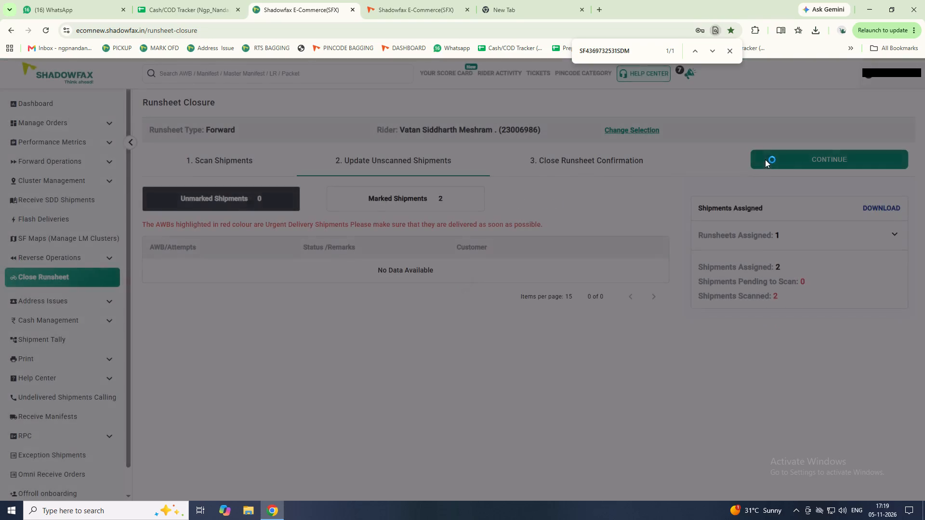
left_click(766, 159)
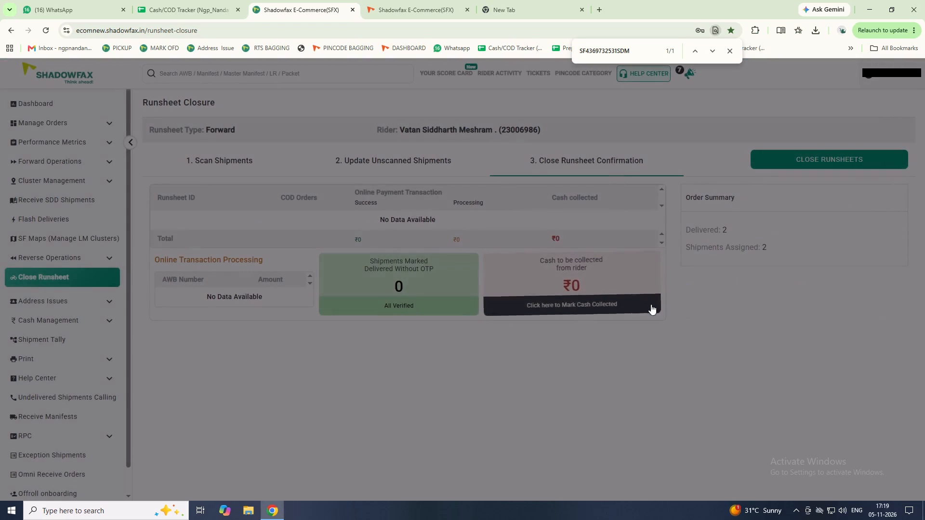
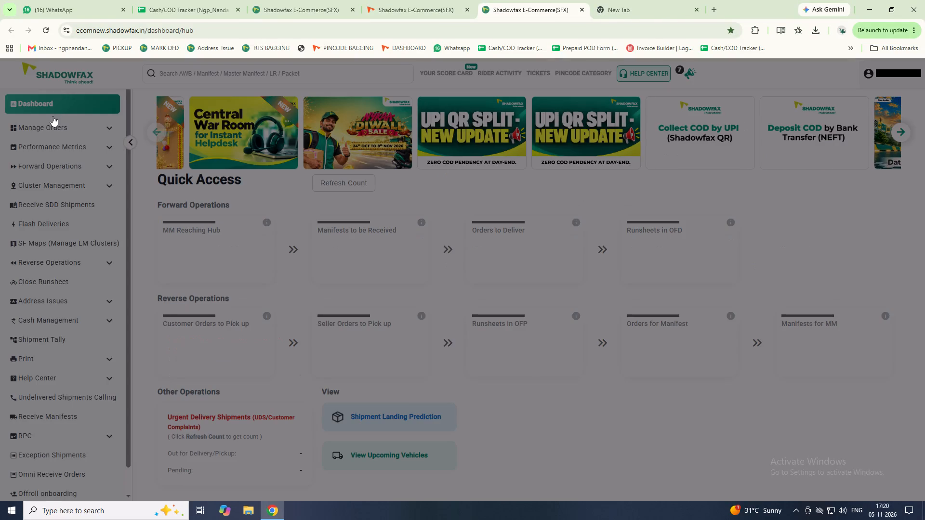
left_click(51, 125)
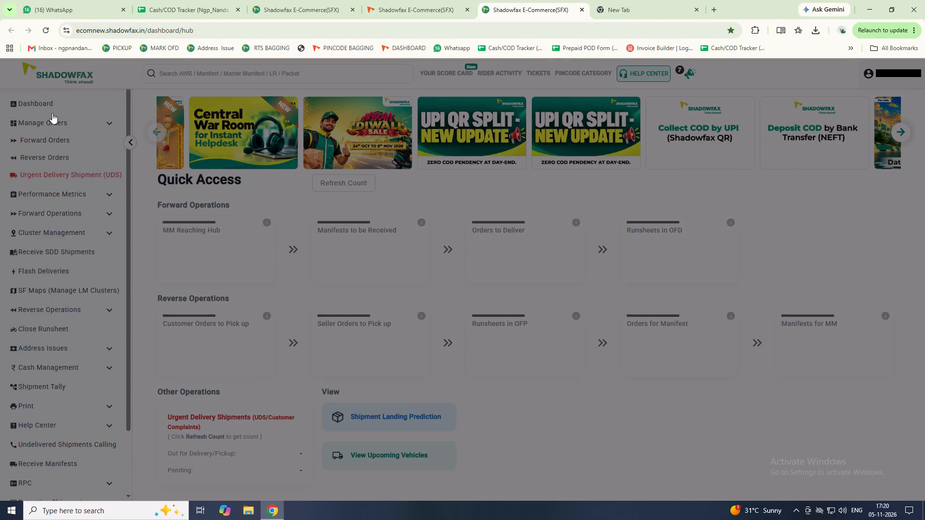
left_click(57, 138)
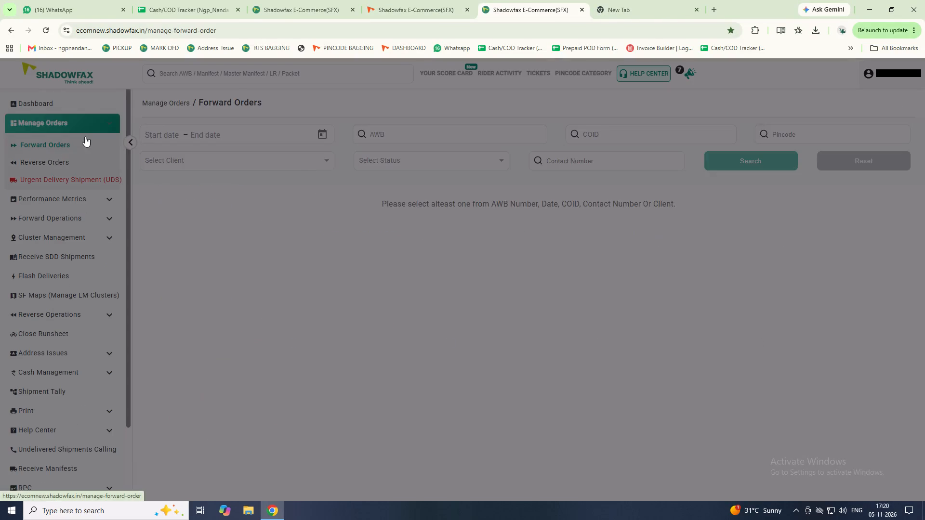
left_click_drag(389, 127, 385, 136)
left_click(384, 135)
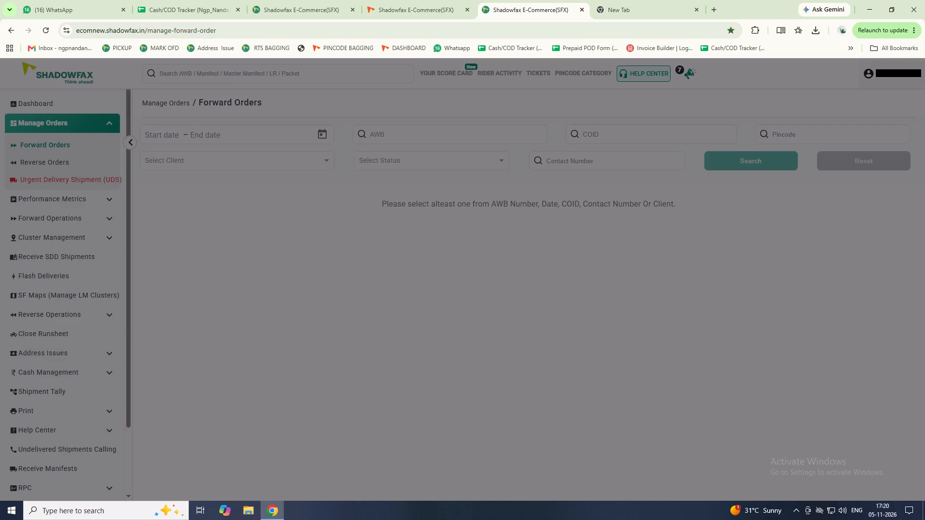
key("ctrl+c")
key("ctrl+g")
key("ctrl+v")
key("period")
key("Return")
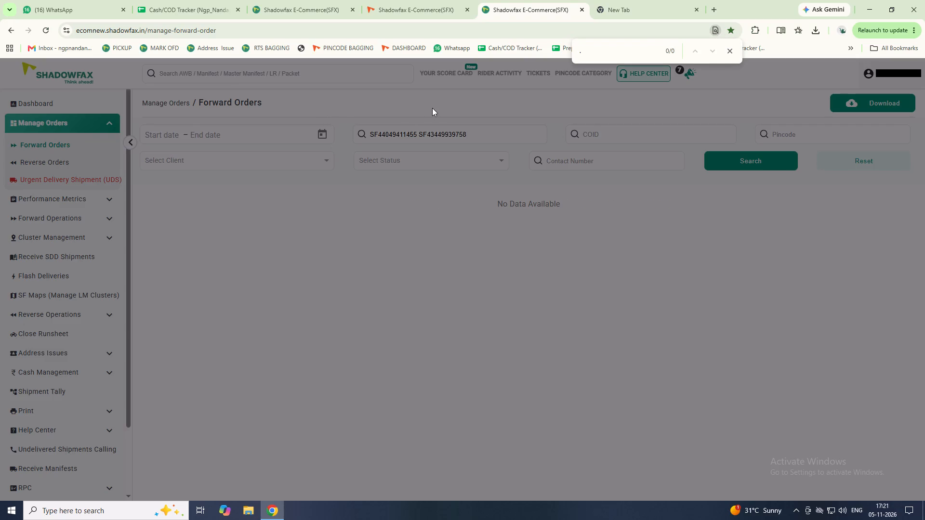
key("Return")
left_click(789, 161)
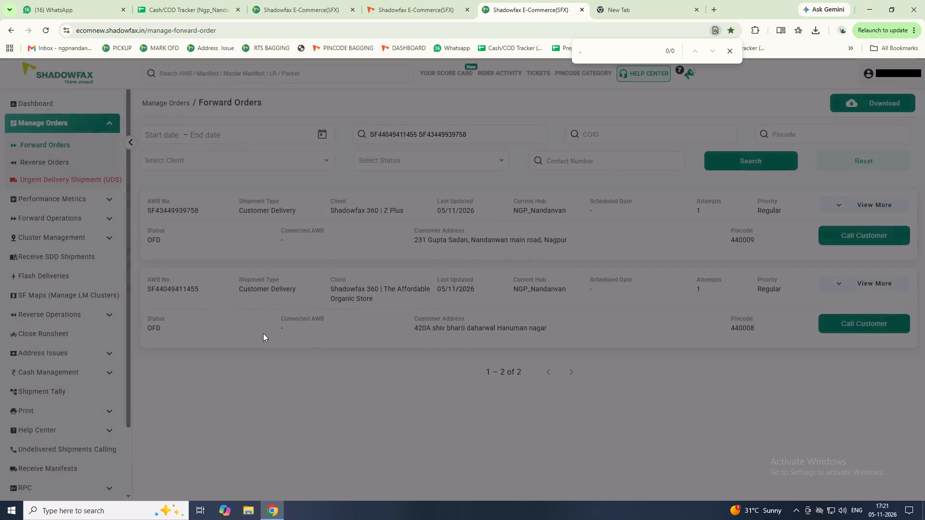
left_click(172, 214)
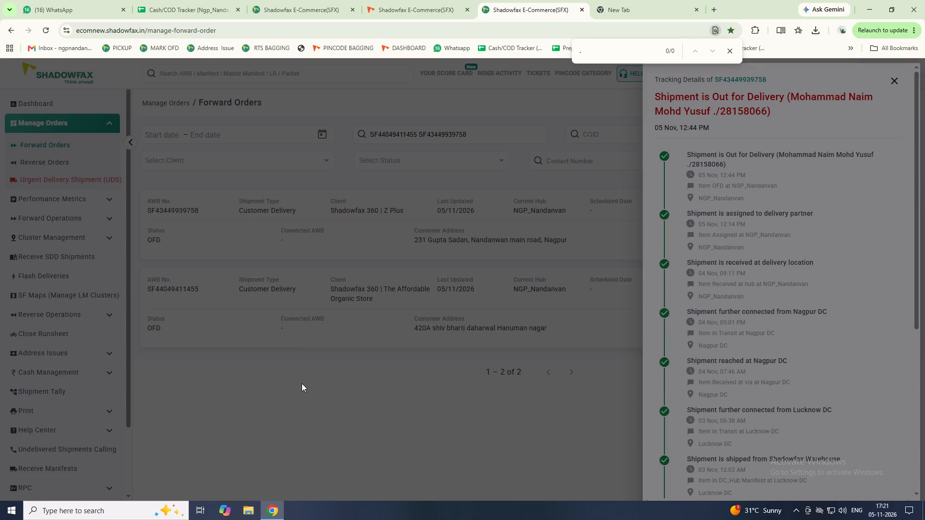
left_click(293, 364)
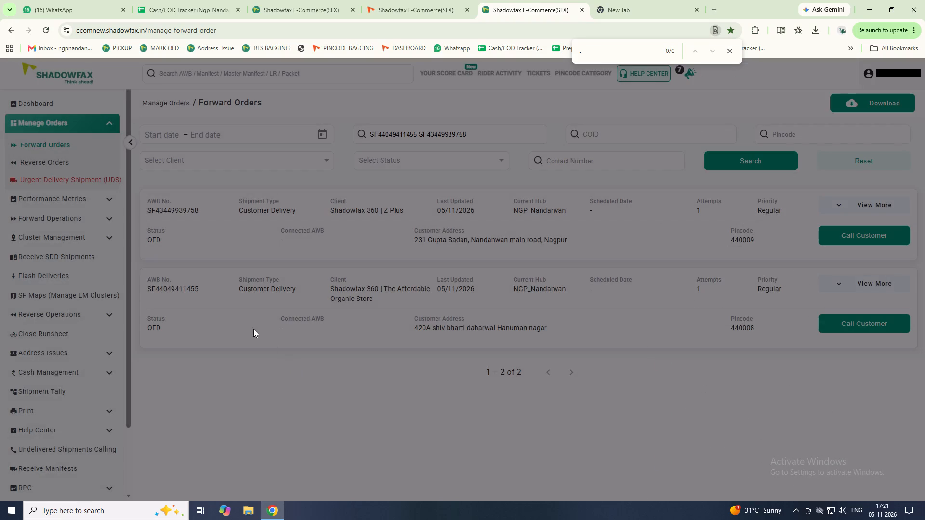
left_click(169, 291)
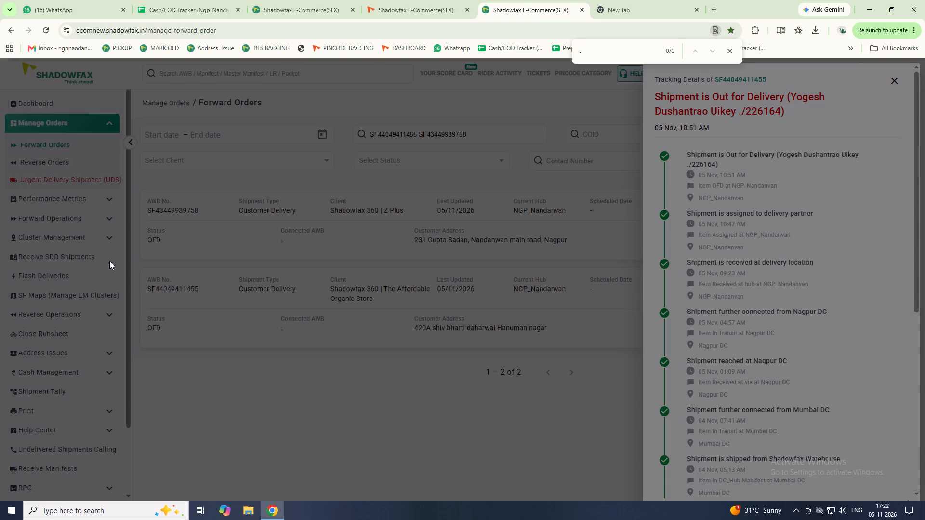
left_click(289, 237)
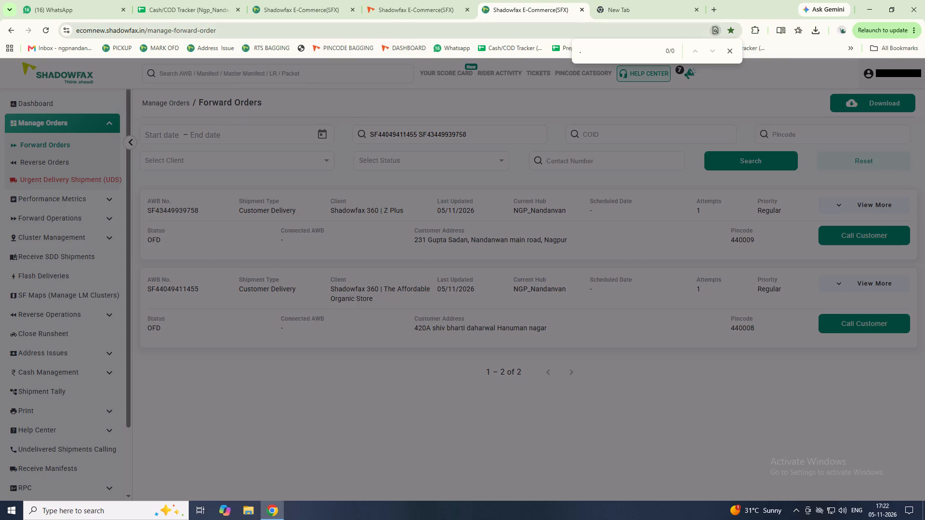
Open Rider Activity from the Create Manifest page and examine the riders' Forward figures under Customer/Seller Deliveries.
left_click(405, 6)
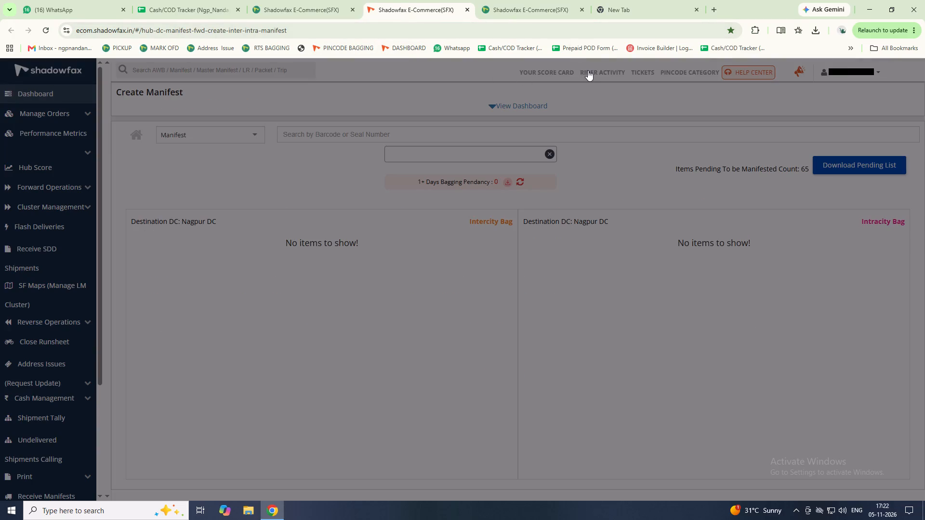
left_click(593, 72)
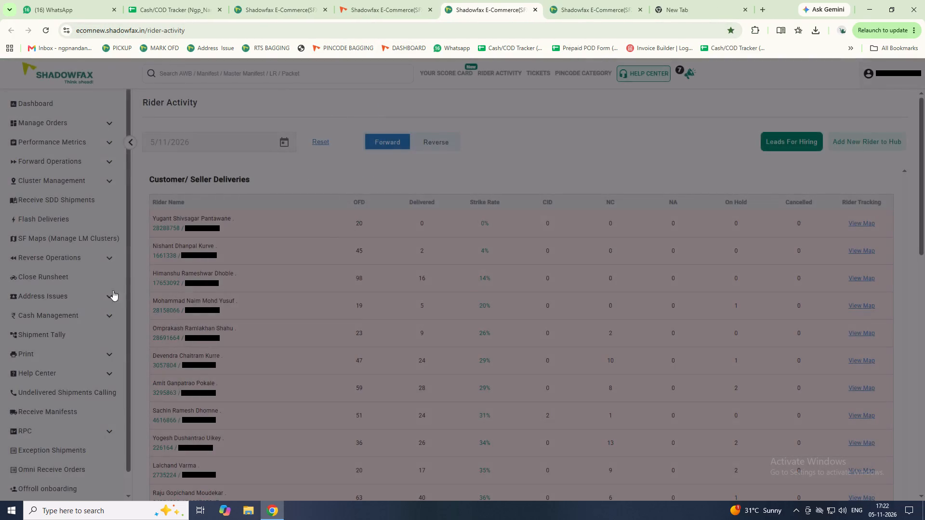
scroll(200, 273, "down", 2)
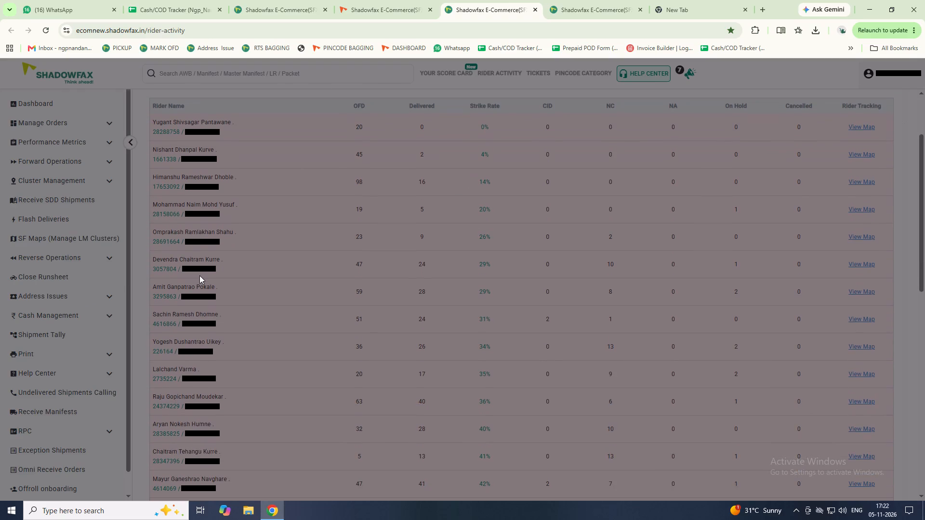
scroll(199, 275, "down", 2)
scroll(198, 273, "up", 3)
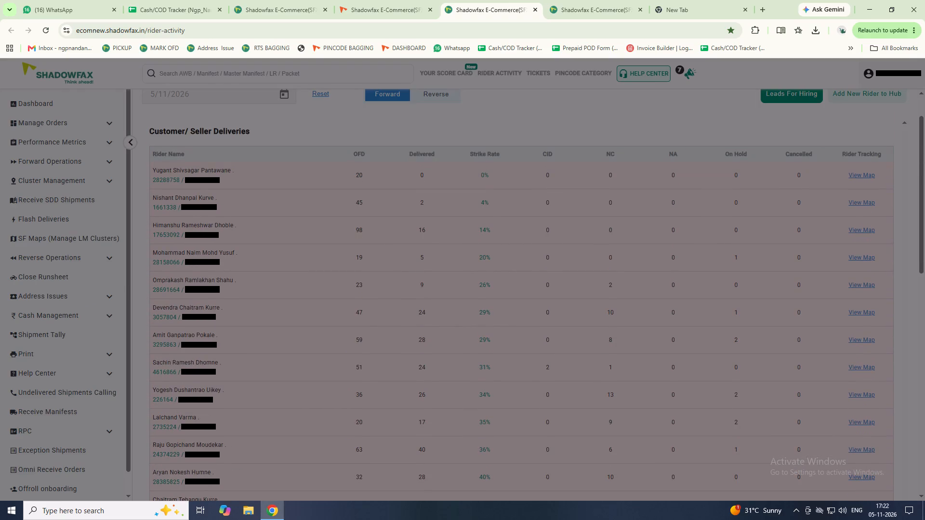
scroll(191, 209, "down", 1)
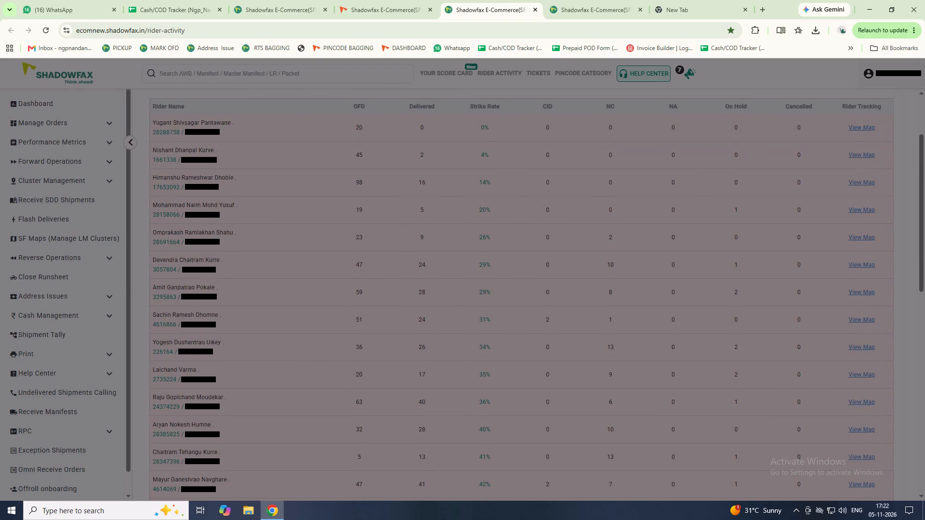
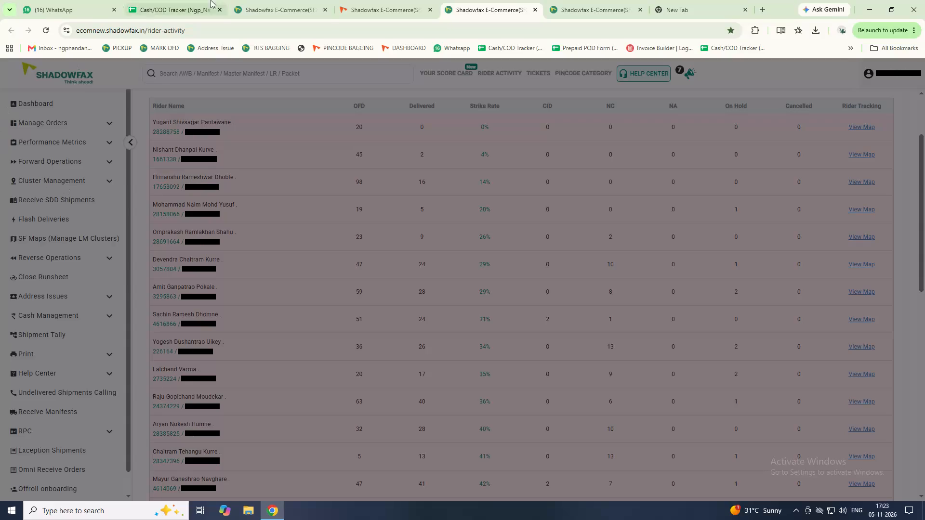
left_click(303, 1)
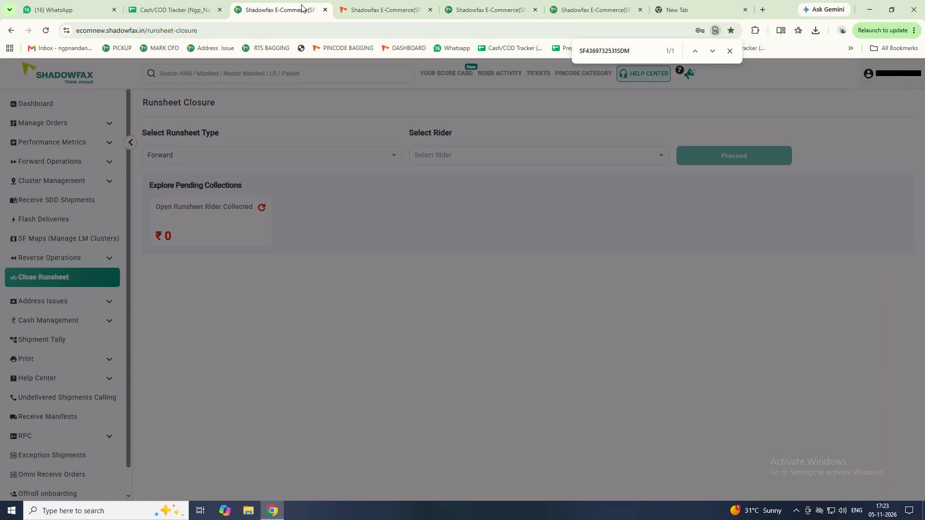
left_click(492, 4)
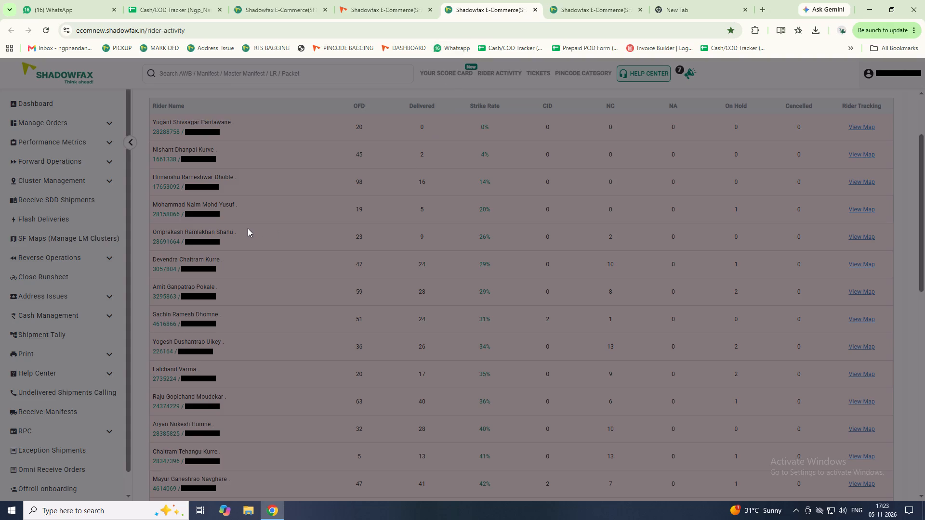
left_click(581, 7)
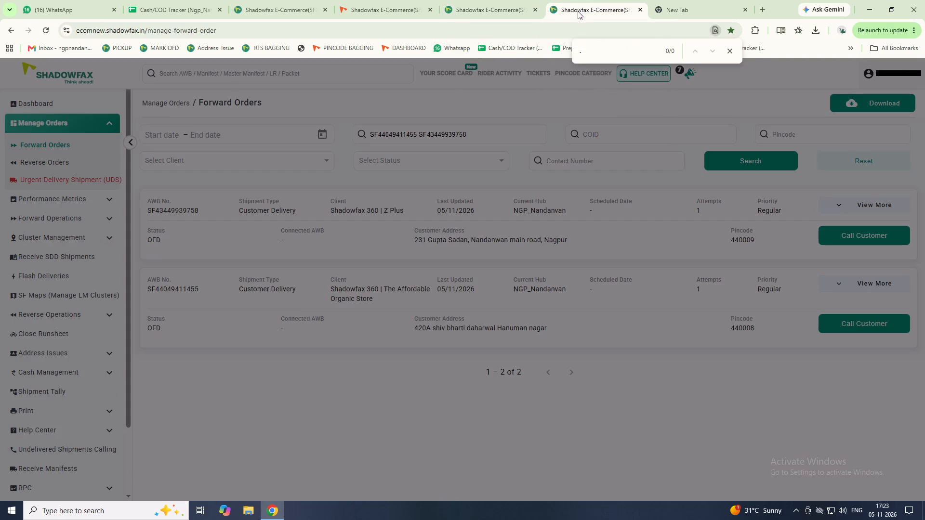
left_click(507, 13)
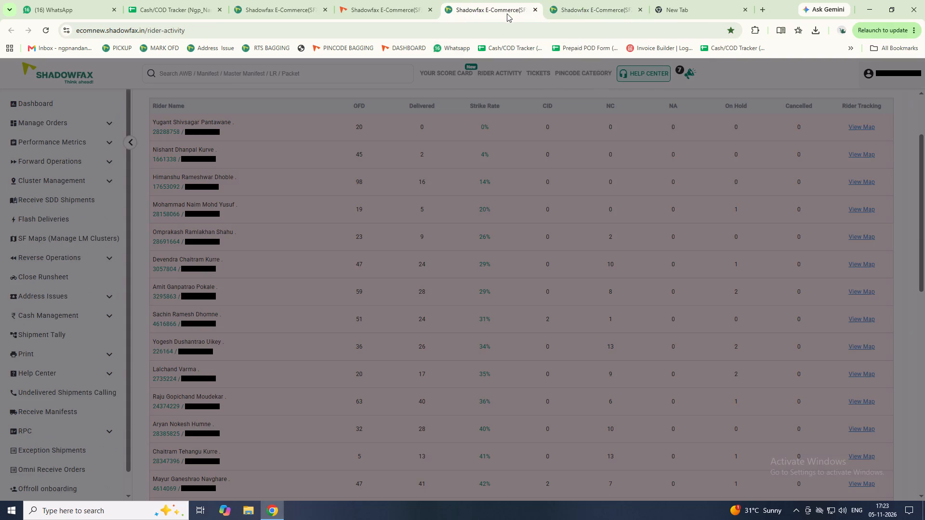
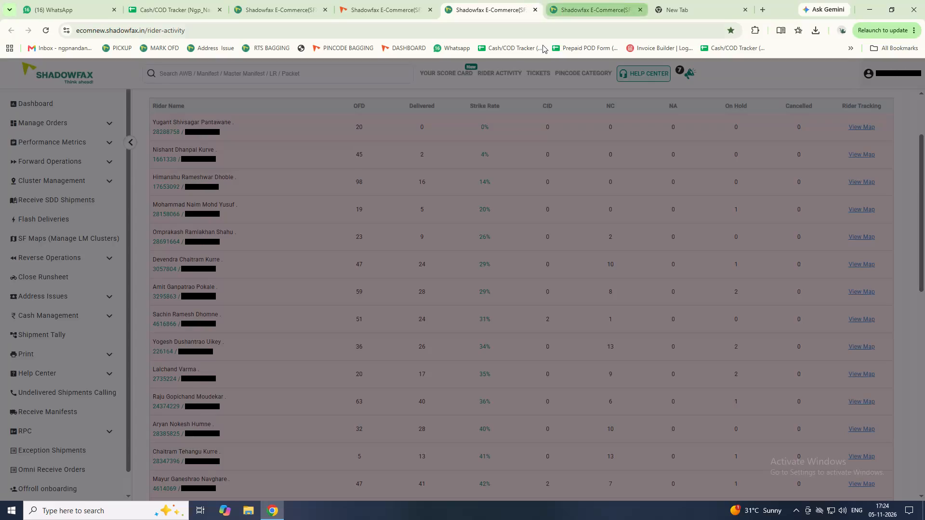
Examine the Forward Rider Activity table for 5/11/2026, comparing riders' OFD, delivered, strike rate, NC and on-hold figures through the Total row.
scroll(214, 251, "down", 4)
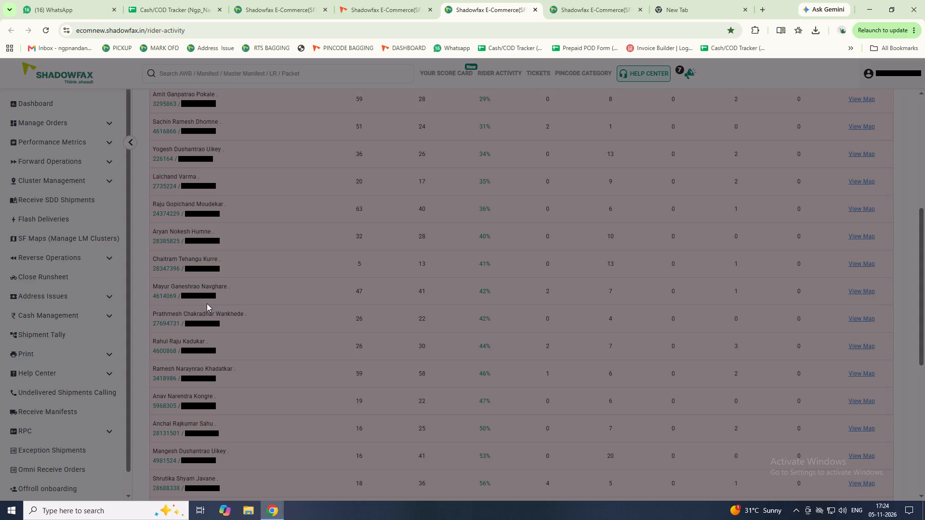
scroll(224, 382, "up", 7)
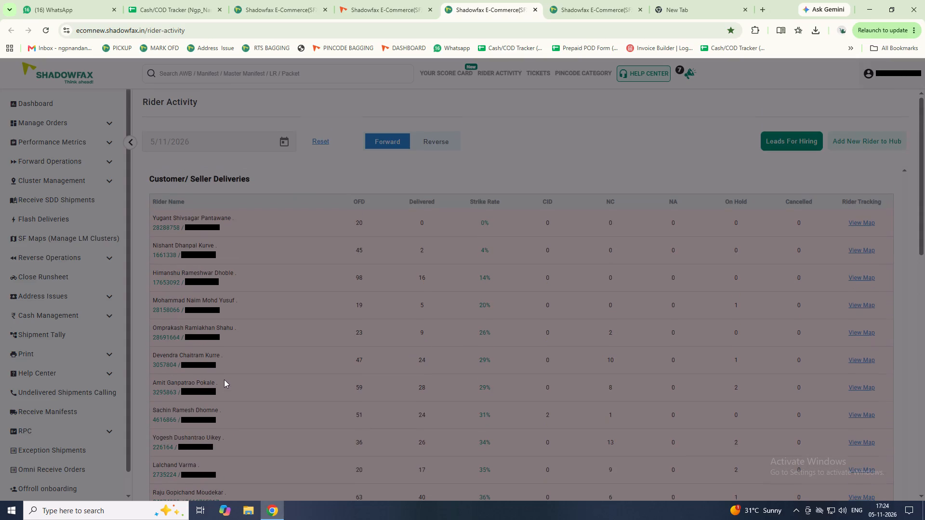
scroll(224, 379, "up", 3)
scroll(214, 400, "down", 2)
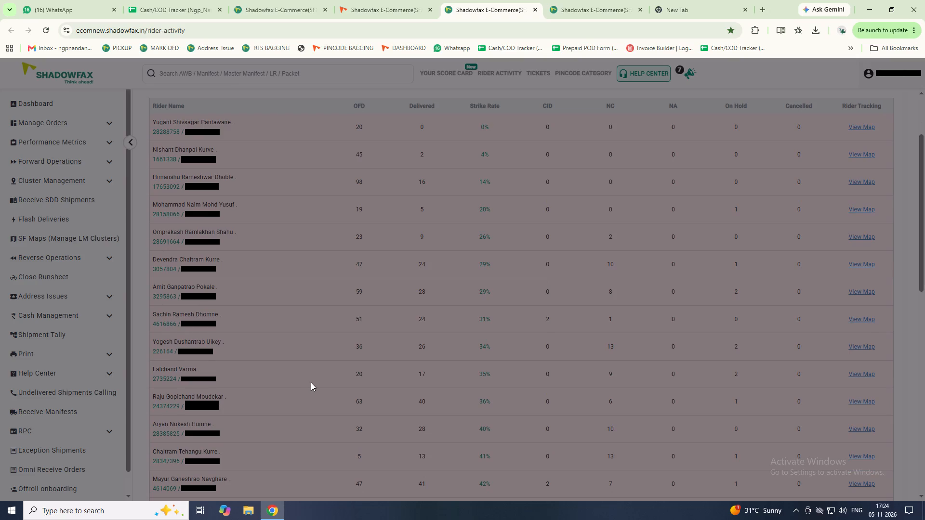
scroll(291, 393, "down", 3)
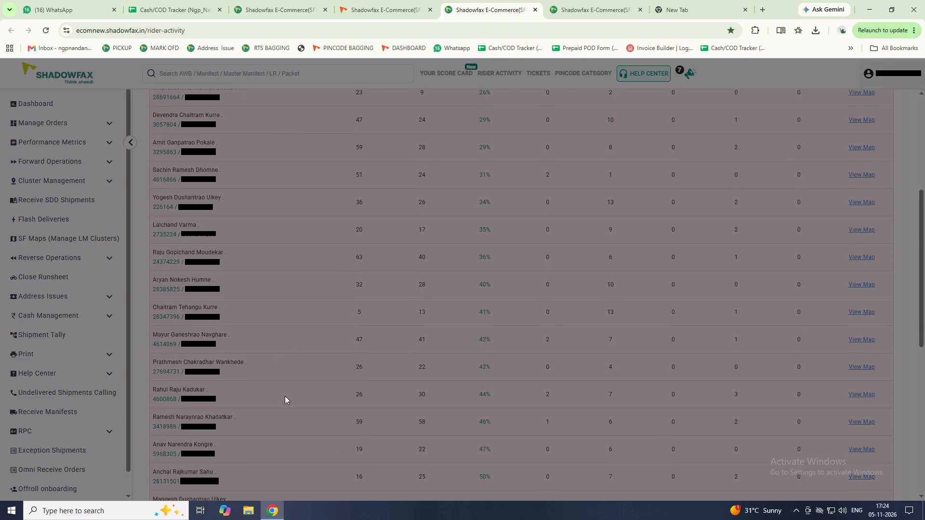
scroll(281, 399, "down", 9)
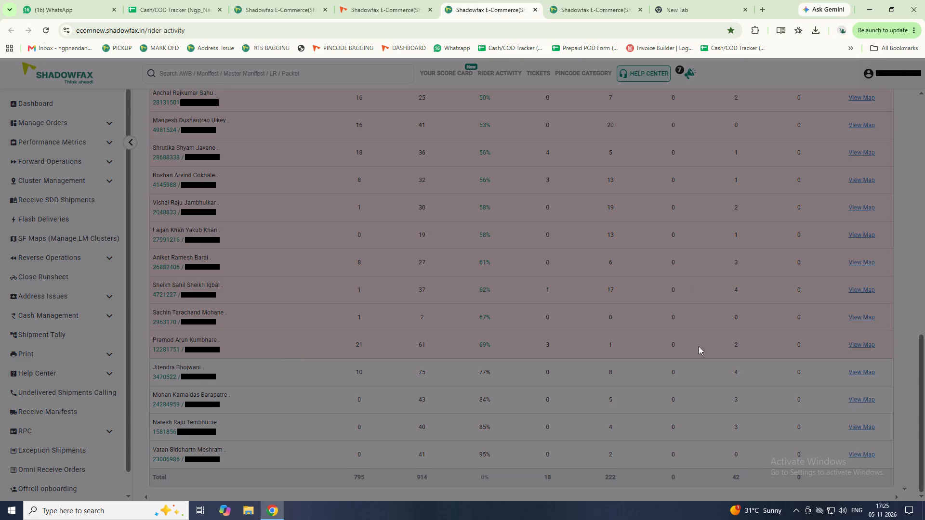
scroll(677, 359, "up", 6)
scroll(664, 333, "down", 1)
scroll(664, 333, "up", 2)
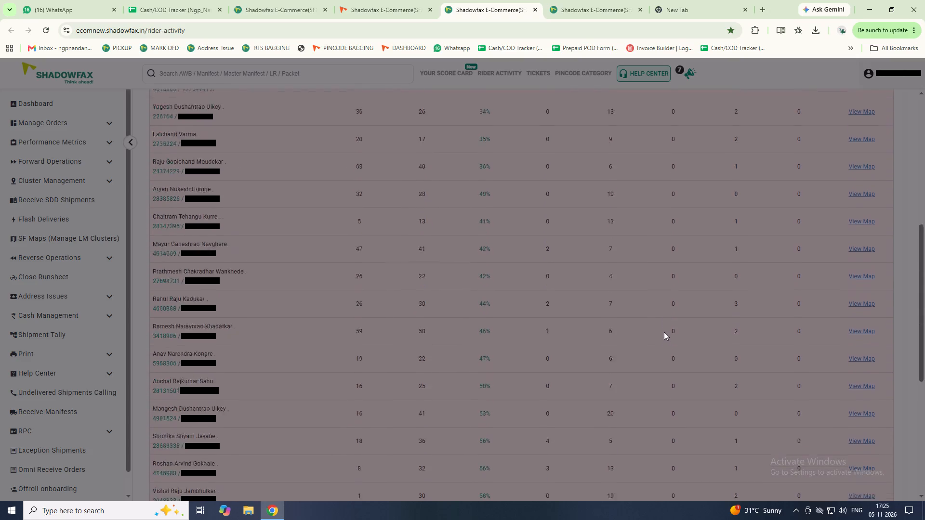
scroll(664, 332, "up", 1)
scroll(621, 344, "up", 4)
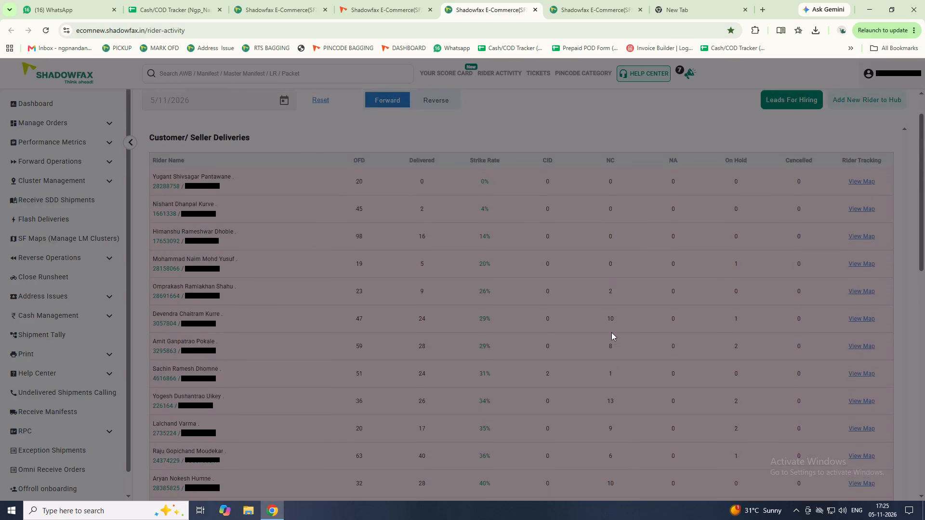
scroll(611, 331, "up", 1)
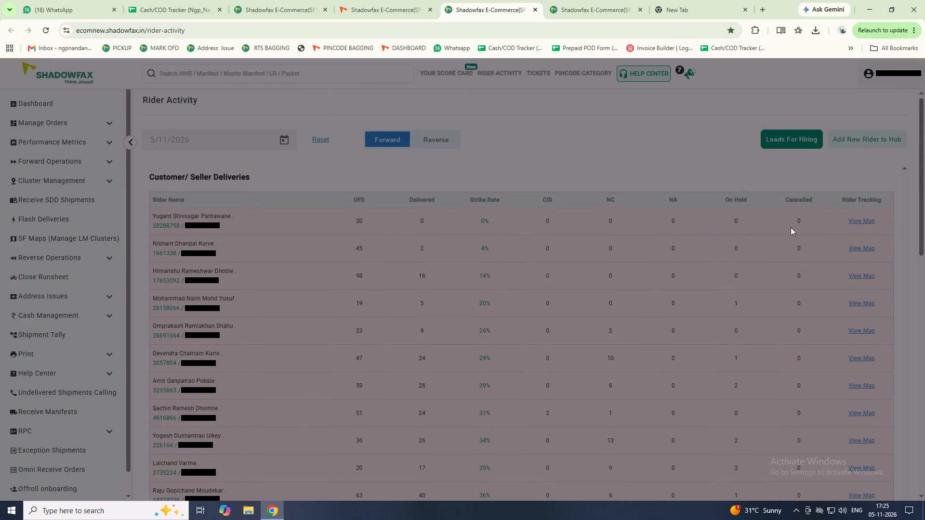
scroll(797, 230, "down", 1)
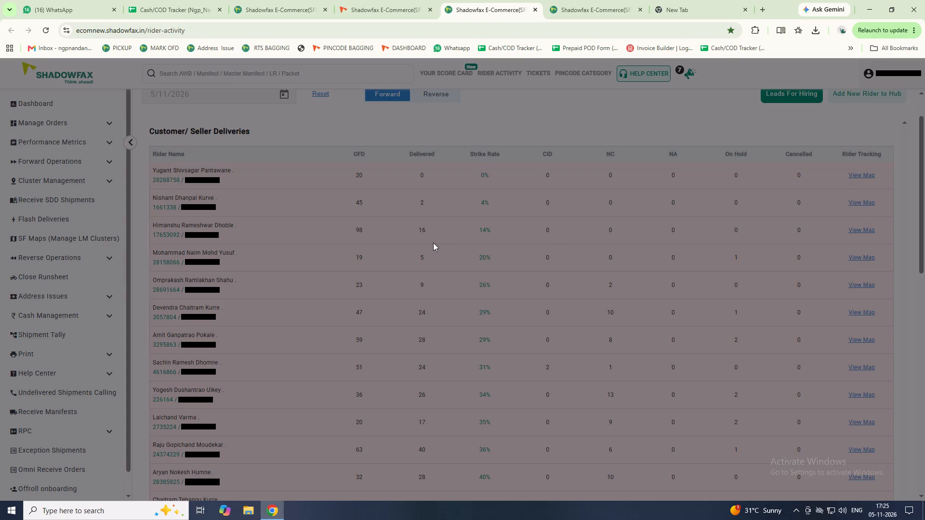
scroll(431, 247, "down", 13)
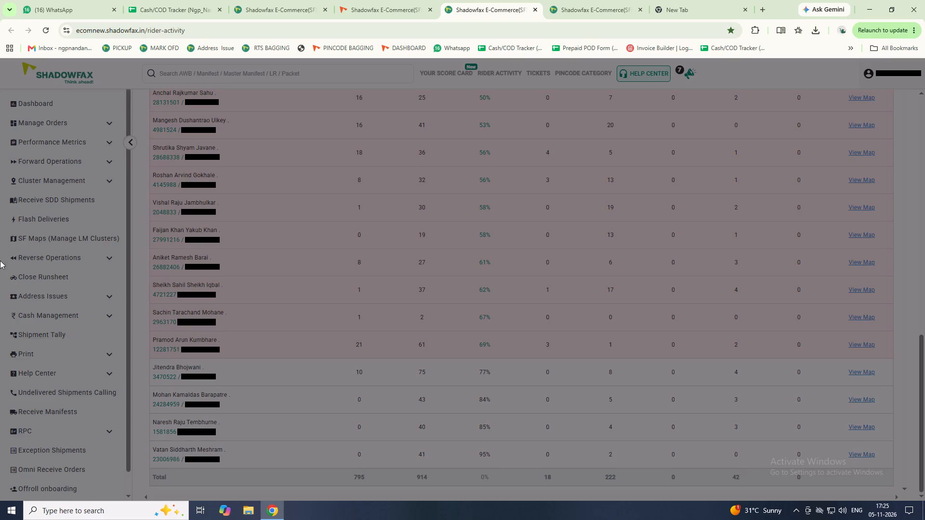
Reload the Rider Activity page and check the refreshed Customer/Seller Deliveries figures down to the Total row.
left_click(45, 31)
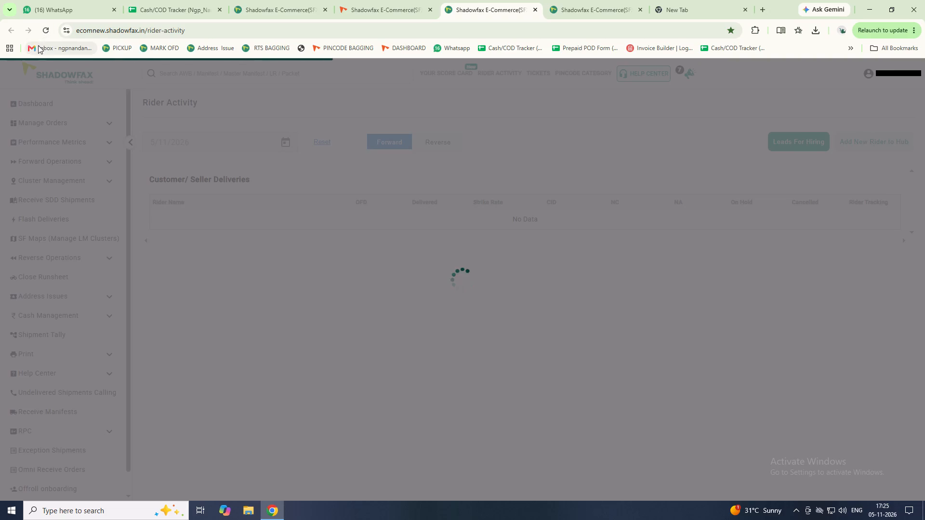
scroll(57, 159, "down", 4)
scroll(374, 224, "down", 4)
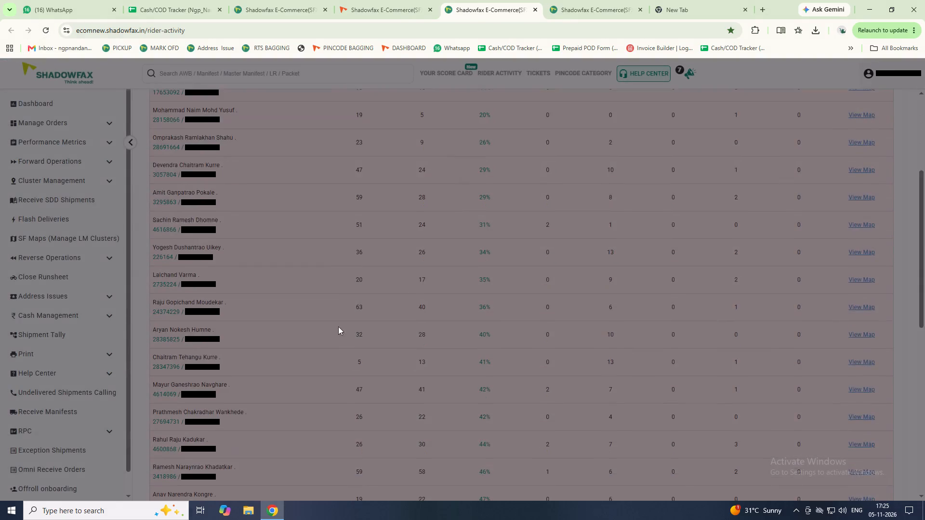
scroll(318, 387, "down", 16)
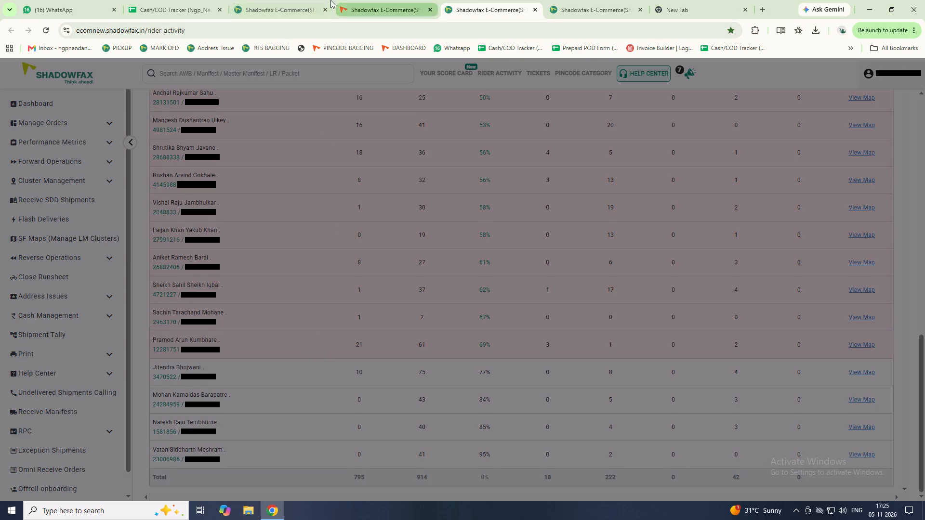
Return to the open Runsheet Closure page for Forward runsheets.
left_click(382, 4)
left_click(285, 6)
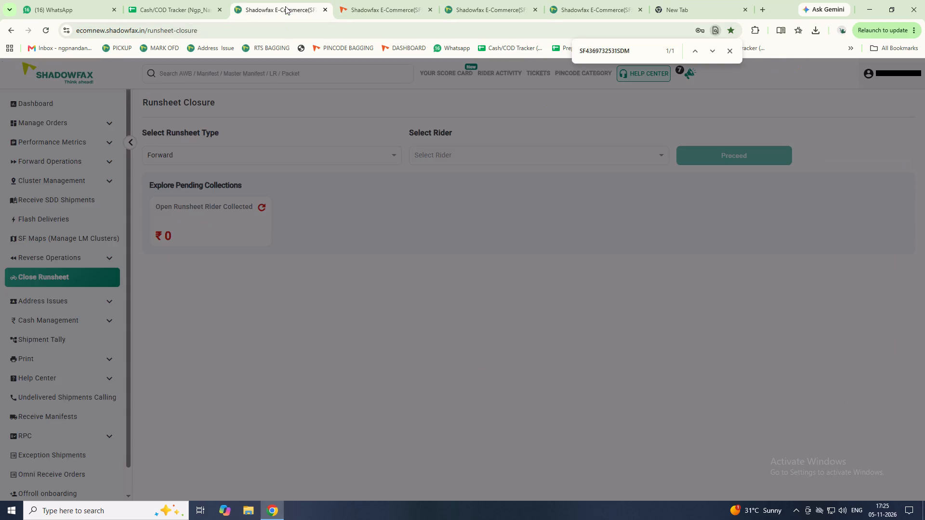
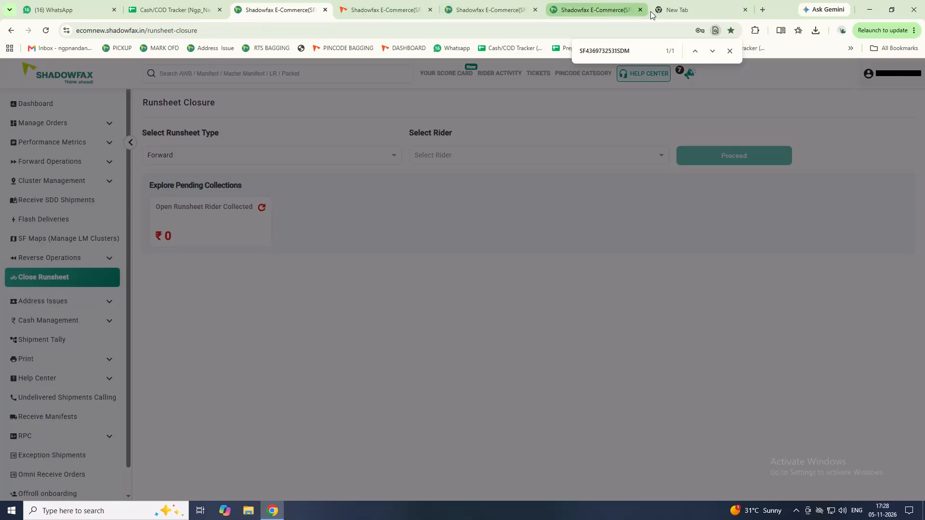
left_click(618, 12)
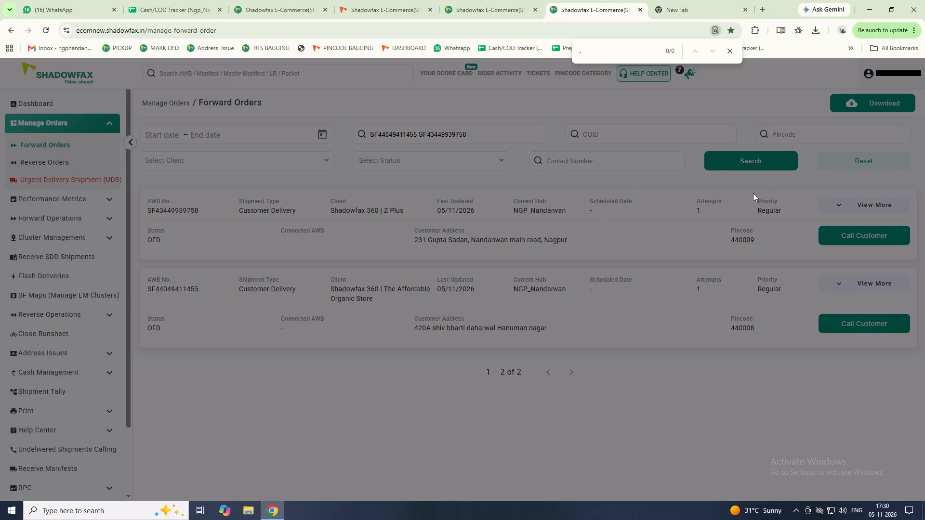
left_click(176, 208)
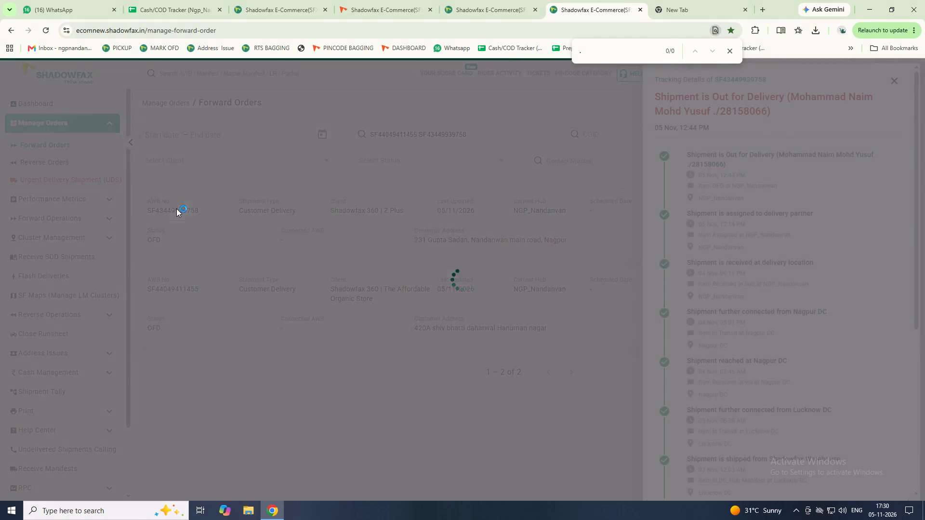
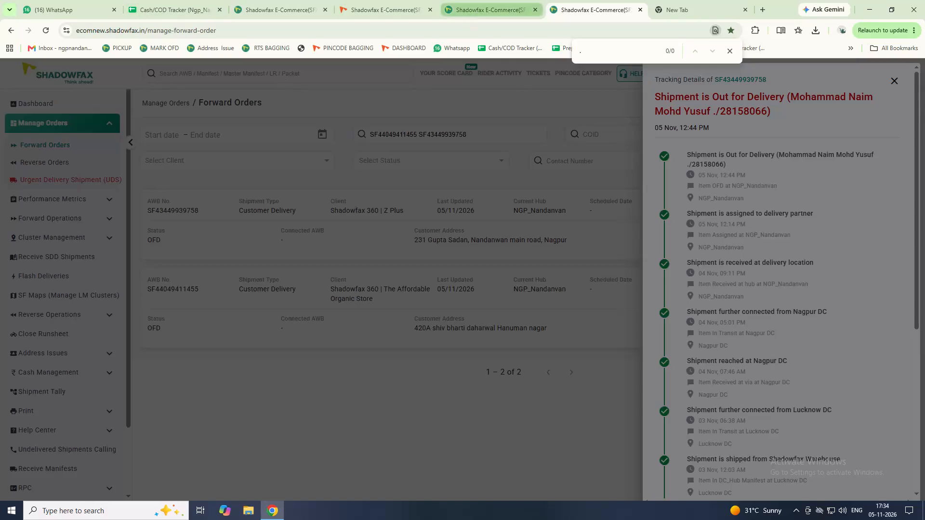
Open the Forward runsheet closure for rider Naresh, searching the rider list for NARES.
left_click(315, 2)
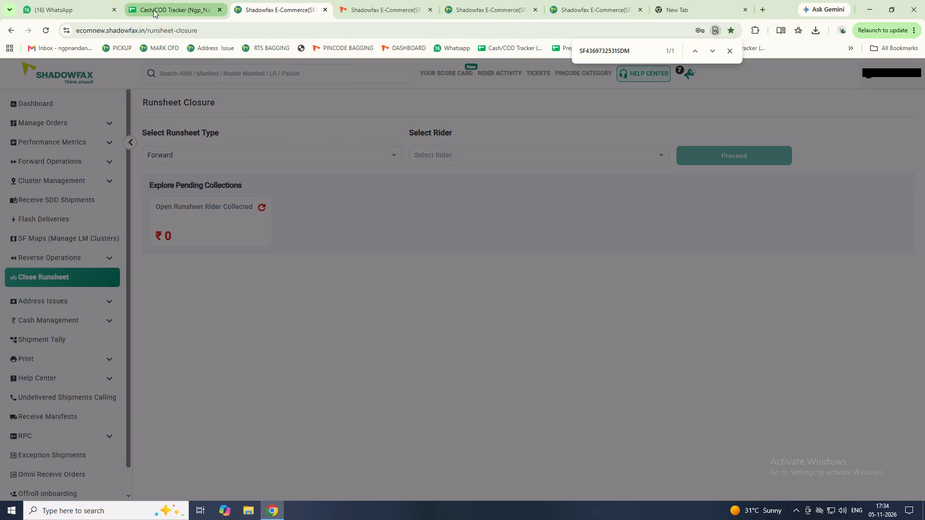
left_click(471, 152)
type("NA")
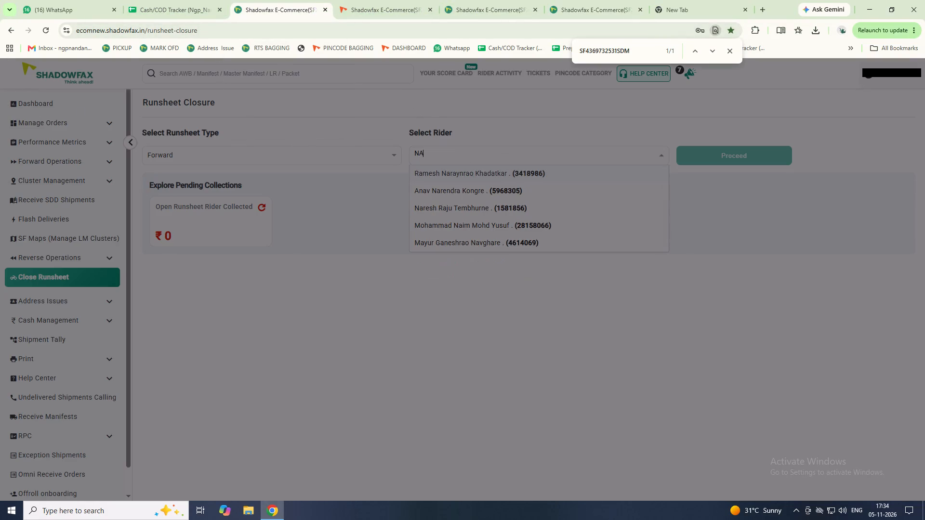
type("RES")
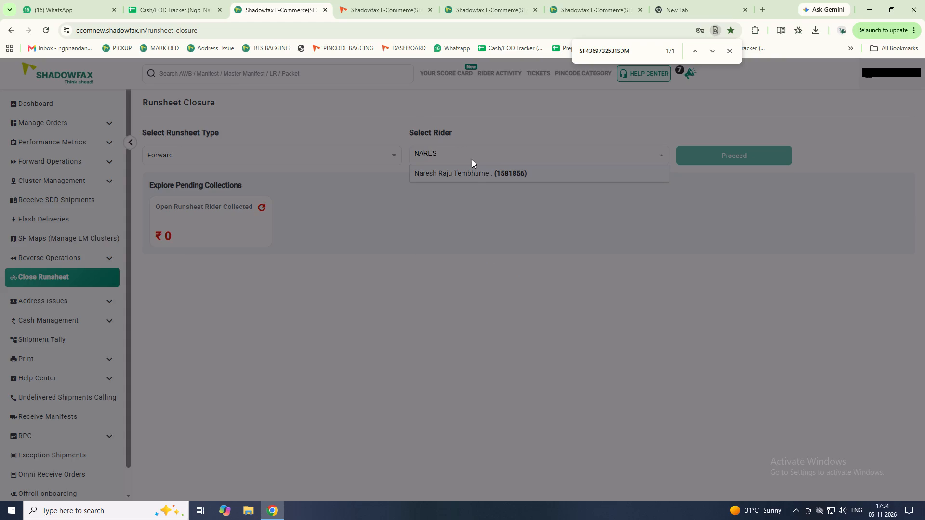
left_click(467, 173)
left_click(710, 157)
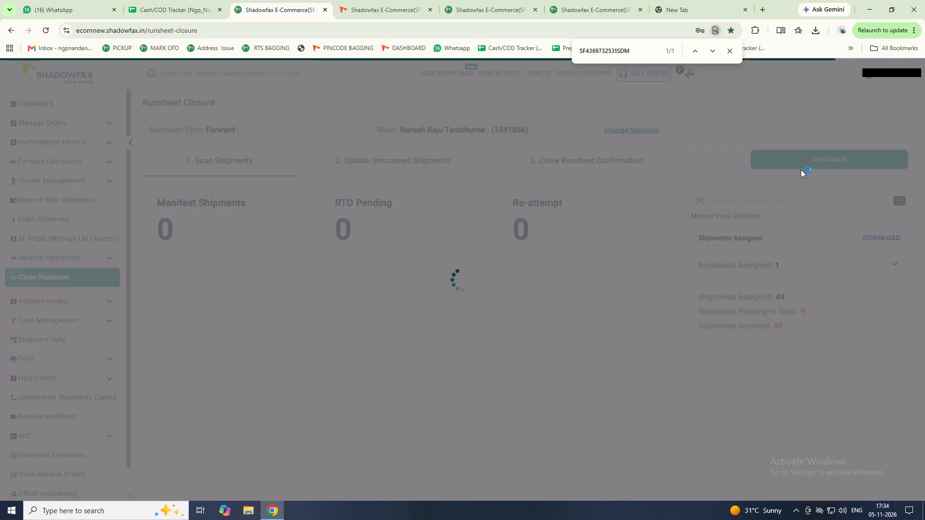
Check the rider's unmarked shipments in the Update Unscanned Shipments stage.
left_click(832, 160)
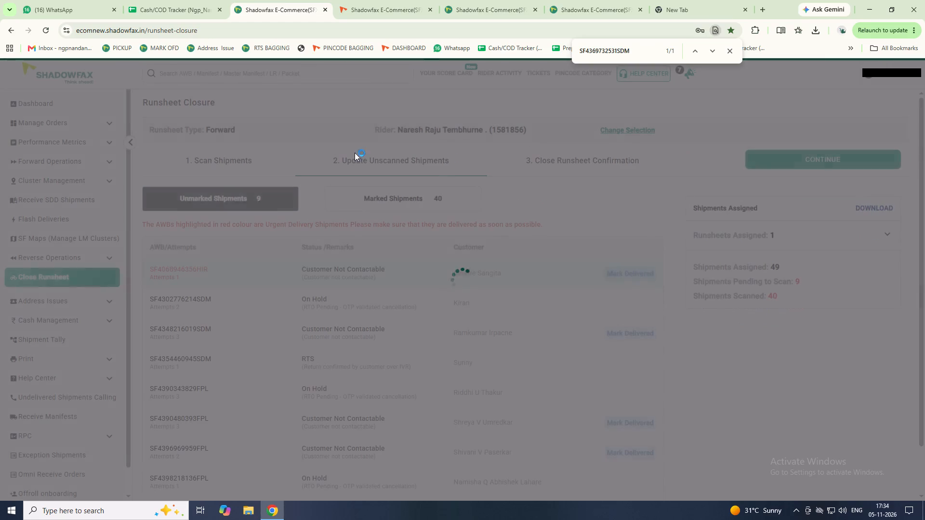
Return to the Scan Shipments stage and make the AWB entry ready for scanning.
left_click(234, 162)
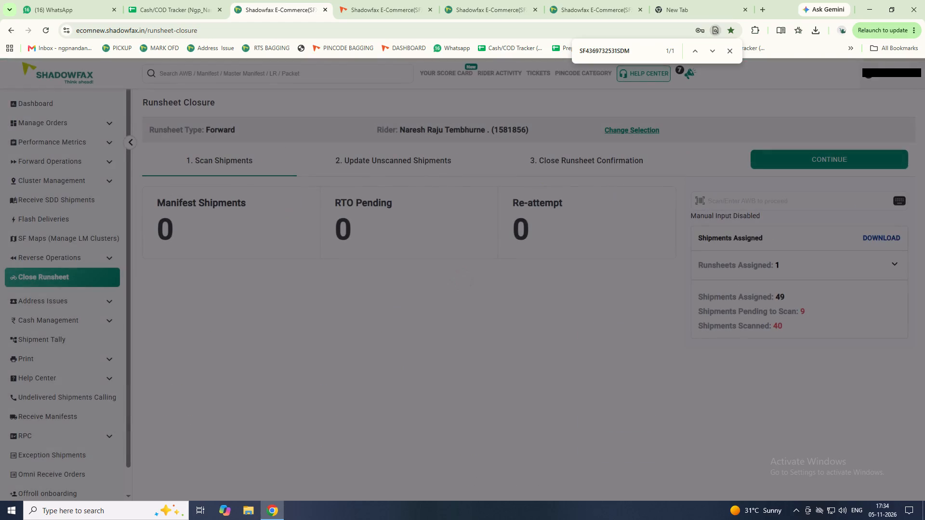
left_click(705, 195)
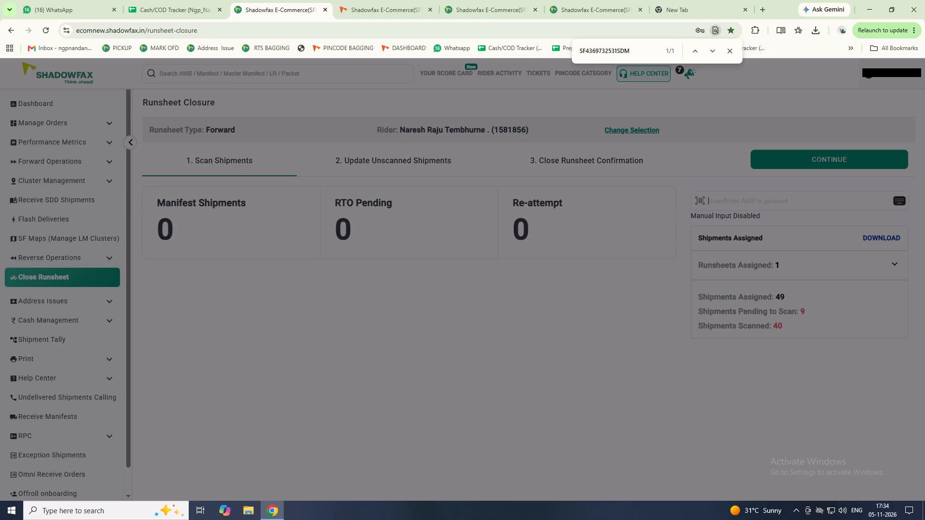